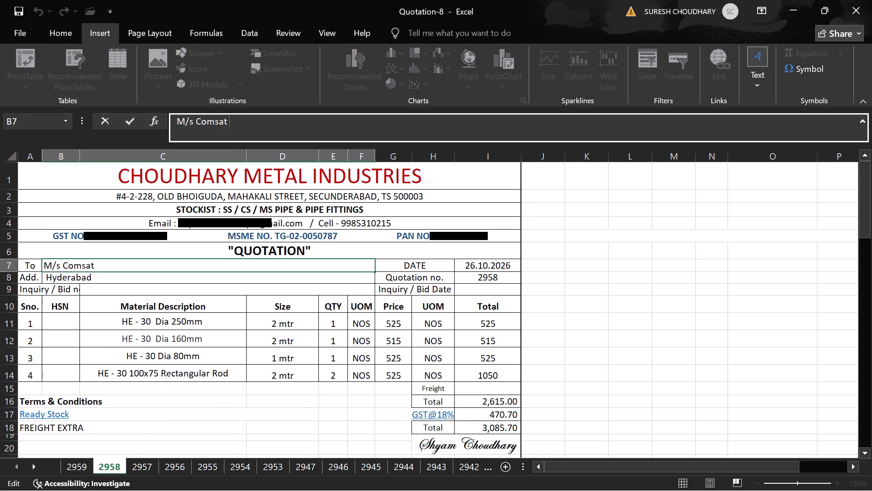
# Complete the customer name in the quotation's To field as "M/s Comsat System Pvt Ltd".
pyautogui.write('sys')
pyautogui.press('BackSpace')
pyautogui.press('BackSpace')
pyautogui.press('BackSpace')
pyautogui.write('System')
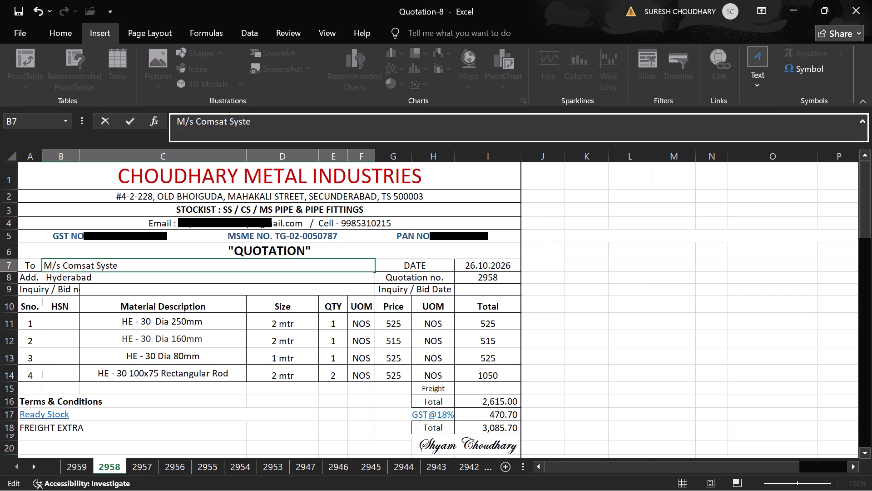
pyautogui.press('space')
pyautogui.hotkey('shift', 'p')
# Complete the quotation's recipient name in cell B7 as "M/s Comsat System Pvt Ltd".
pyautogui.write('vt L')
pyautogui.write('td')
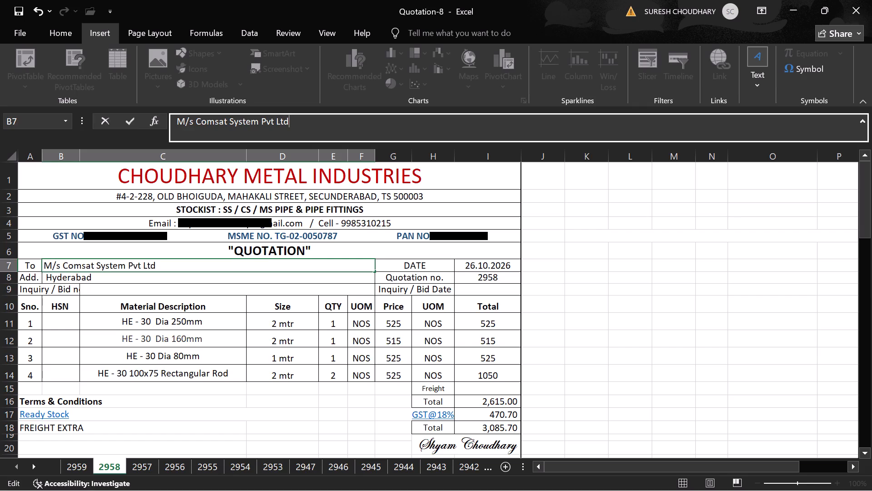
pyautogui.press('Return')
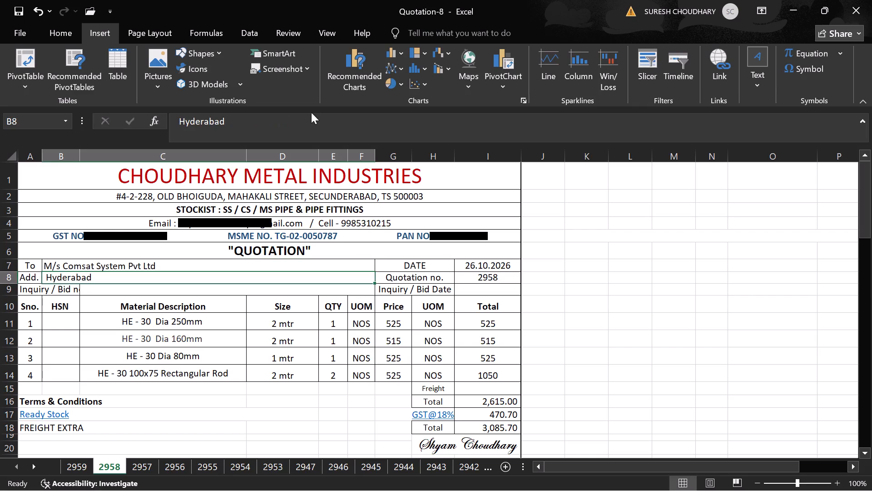
pyautogui.click(223, 263)
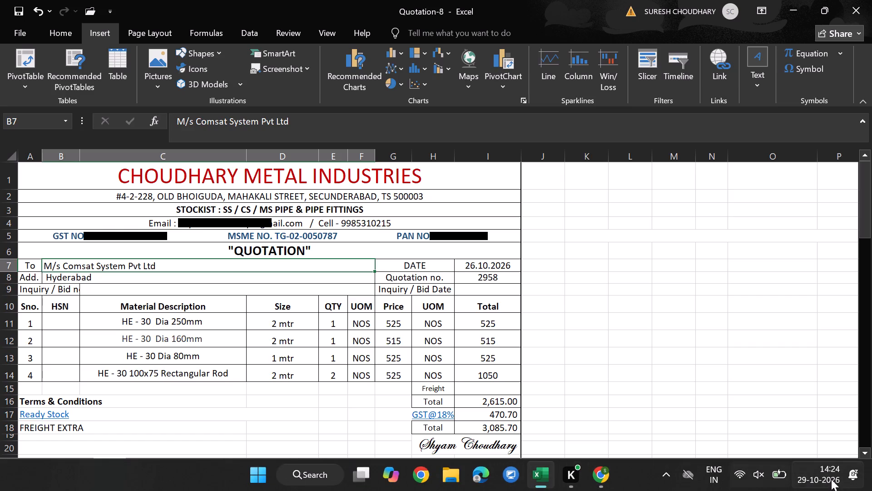
# Edit the quotation date in cell I7, removing the second digit of the day.
pyautogui.click(475, 266)
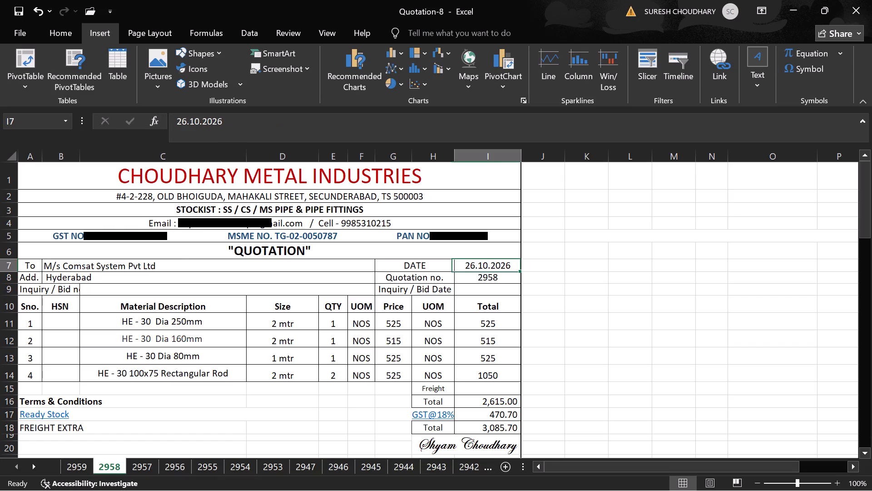
pyautogui.click(184, 121)
pyautogui.press('BackSpace')
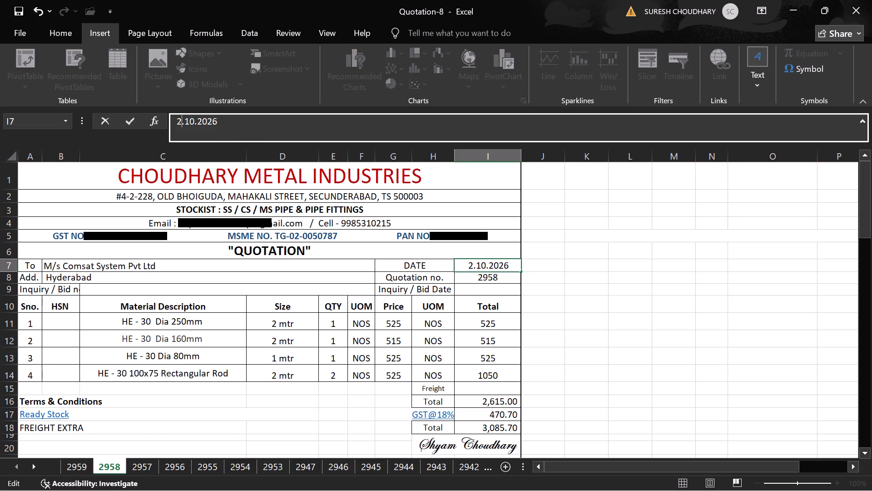
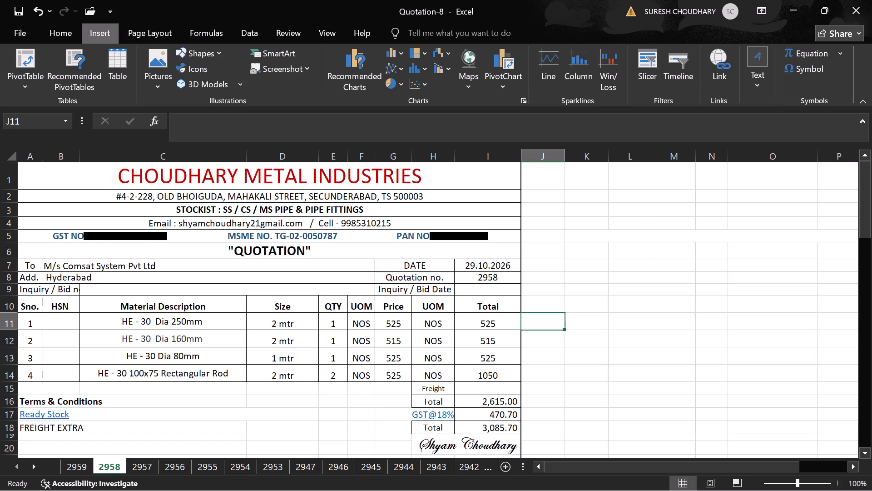
# Open the empty cell K11, beside the quotation's first item row, for editing.
pyautogui.doubleClick(574, 320)
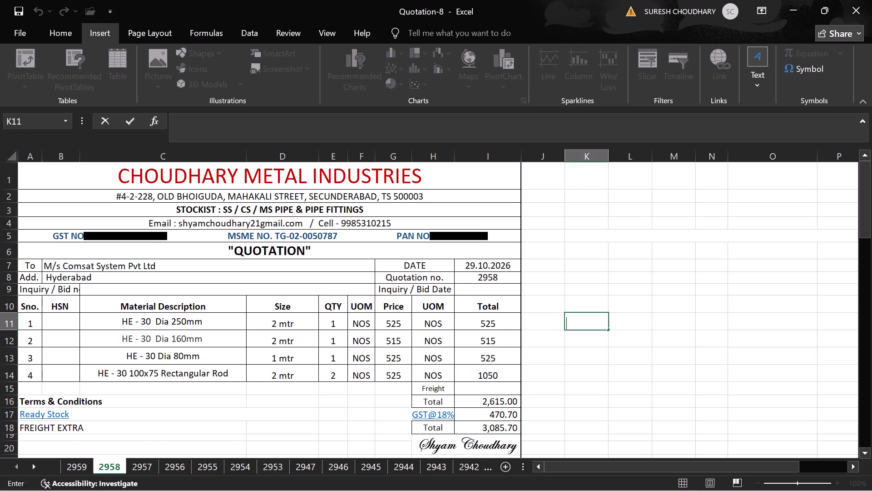
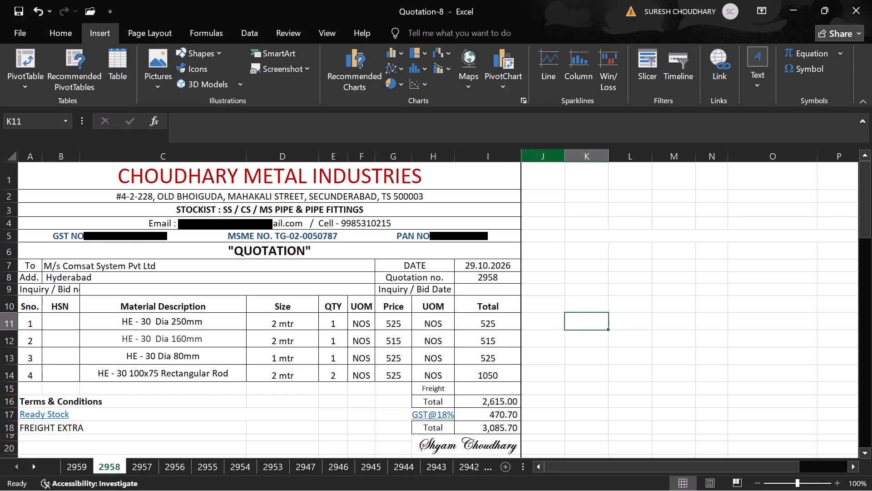
# Switch to the Gmail reply to Comsat Systems in Chrome, with its attachment file selection open.
pyautogui.hotkey('alt', 'Tab')
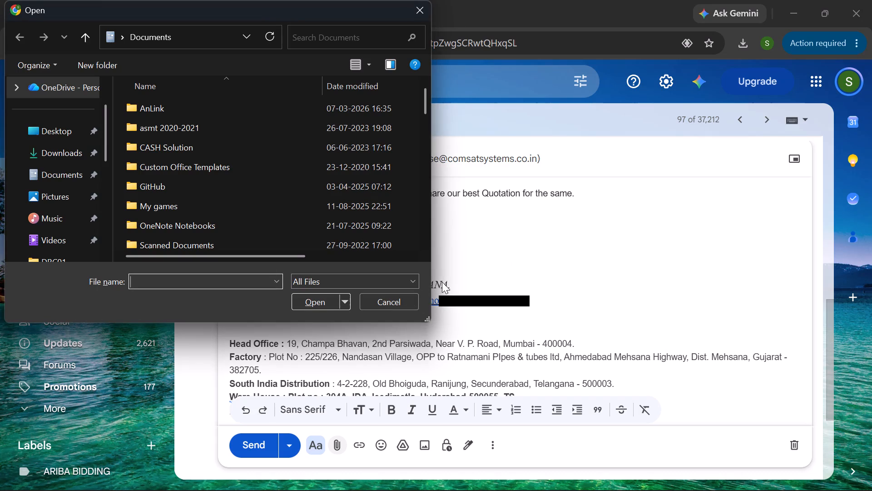